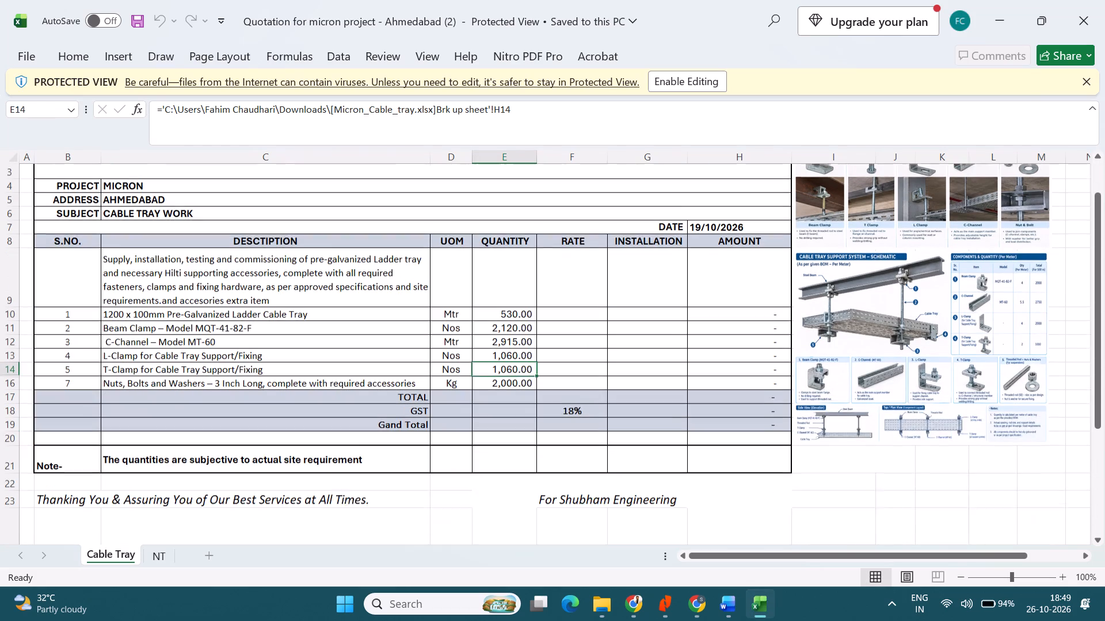
Open the NT sheet, select the MT-60 OC C-Channel quantity, and enable editing for the protected quotation workbook.
click(155, 563)
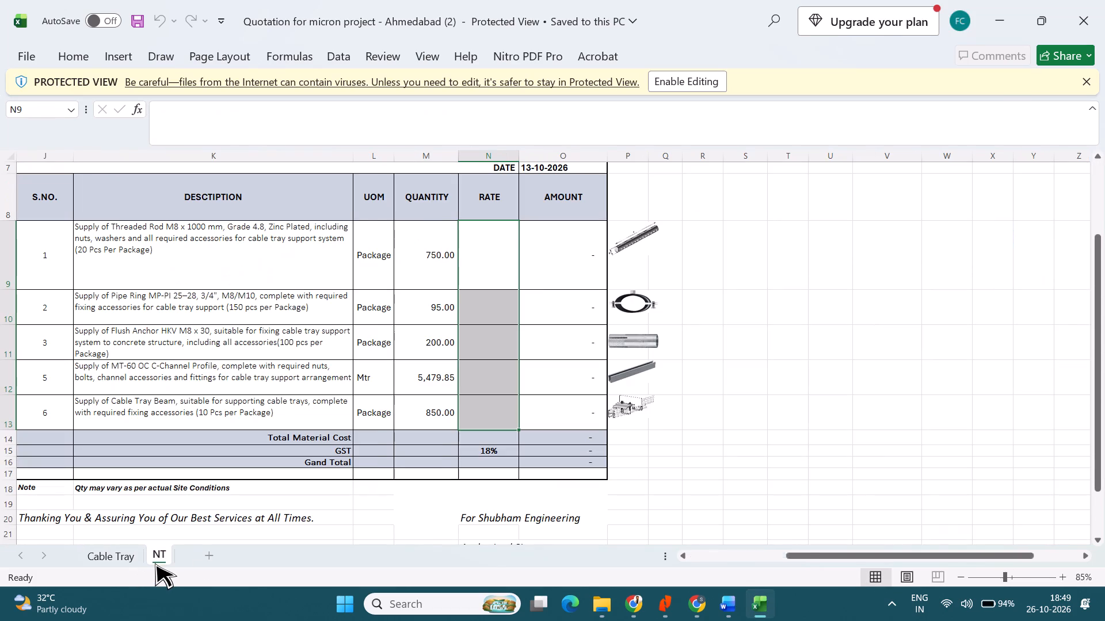
click(409, 369)
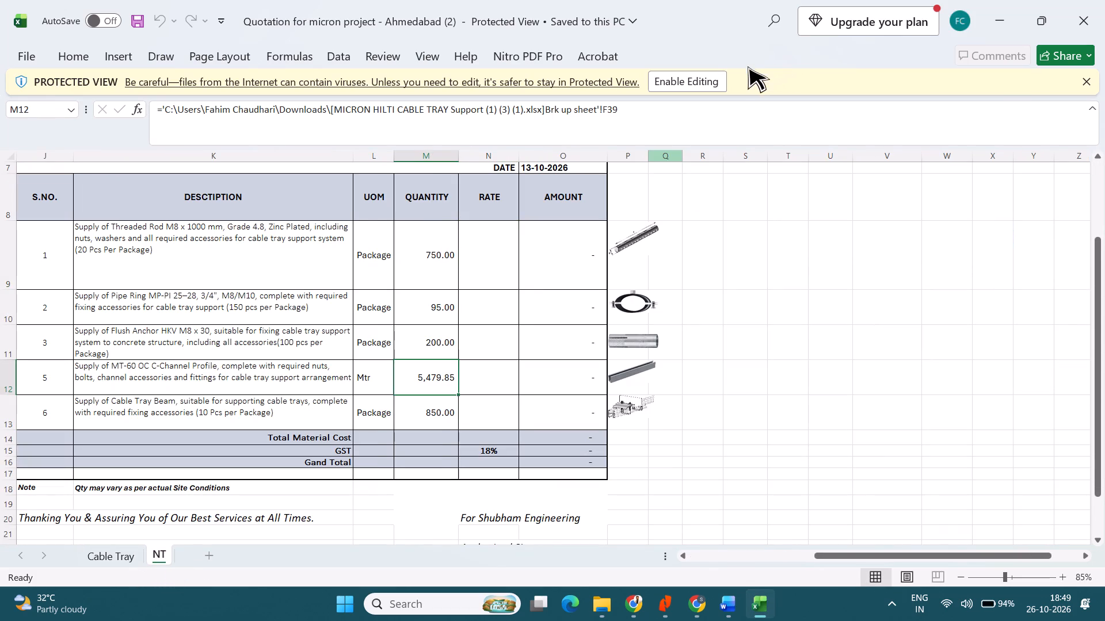
click(700, 76)
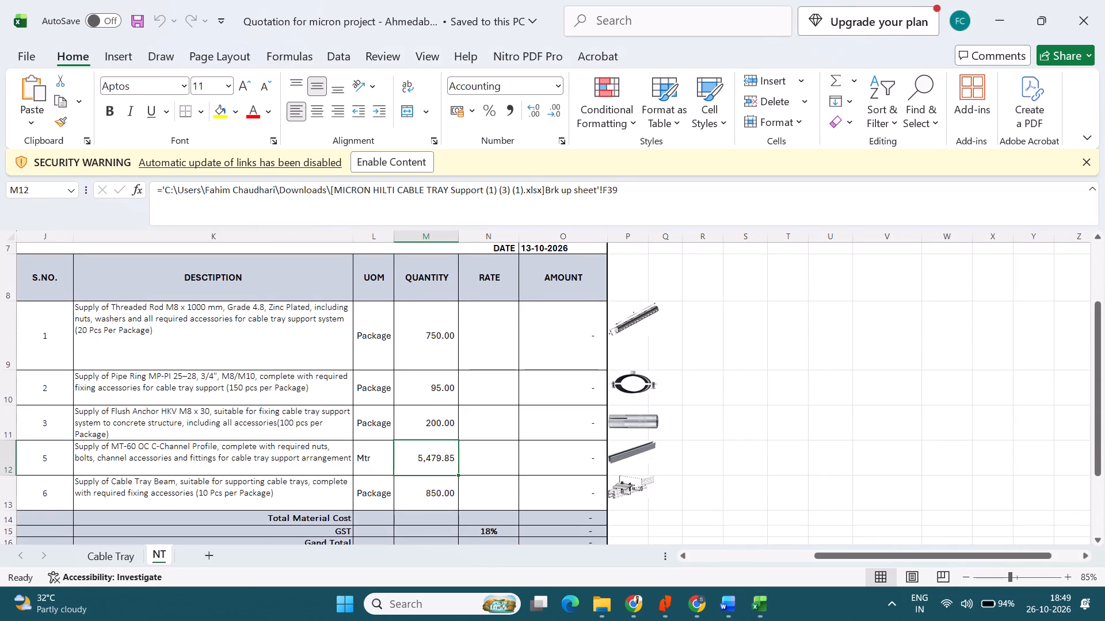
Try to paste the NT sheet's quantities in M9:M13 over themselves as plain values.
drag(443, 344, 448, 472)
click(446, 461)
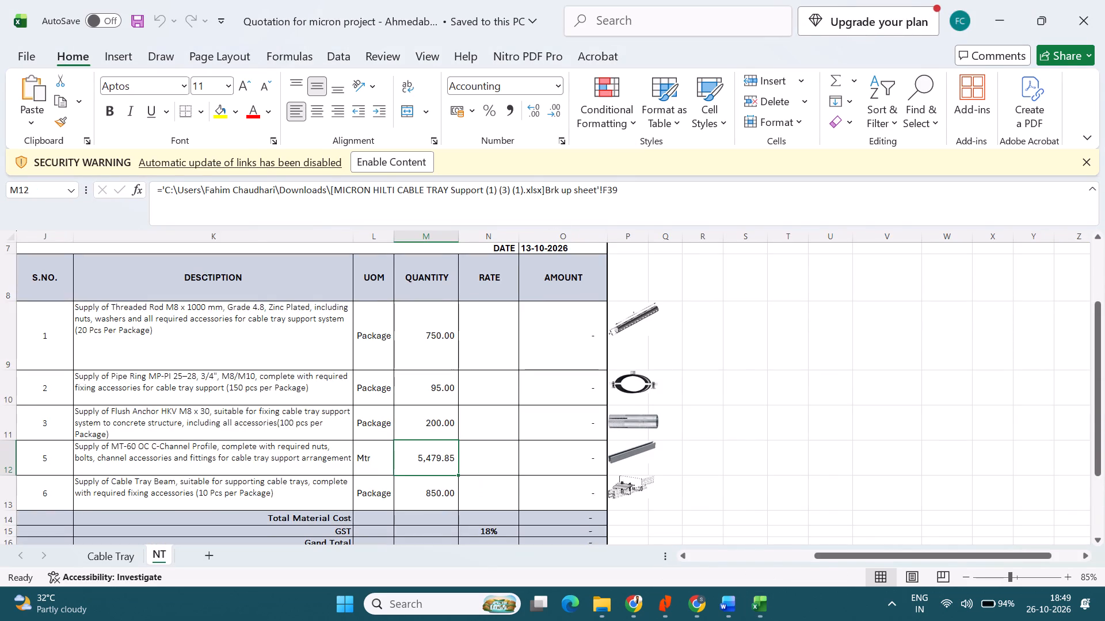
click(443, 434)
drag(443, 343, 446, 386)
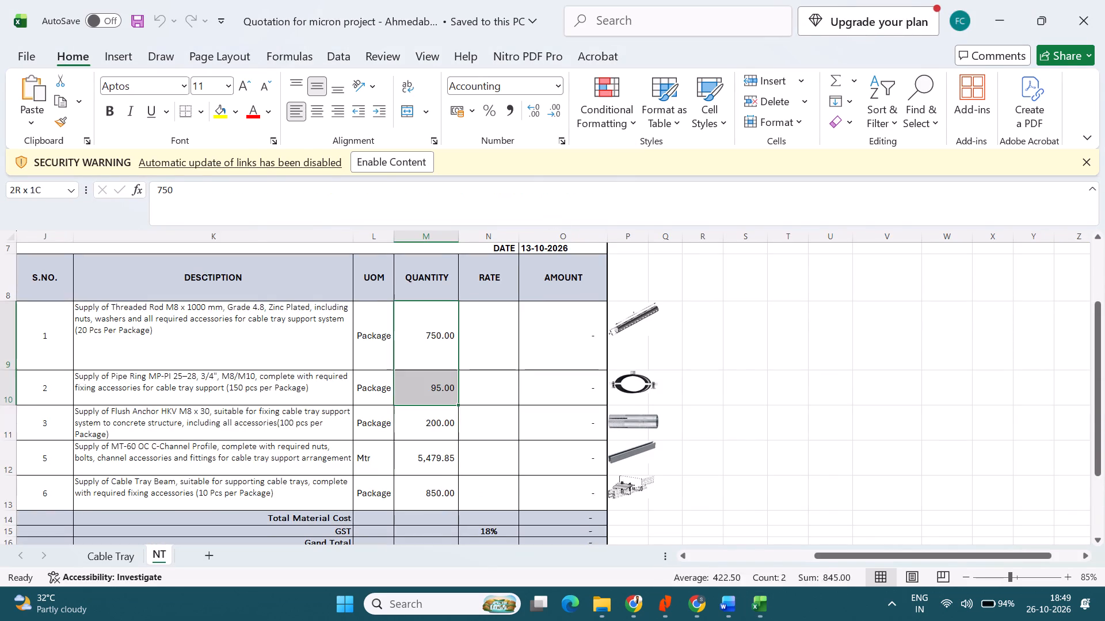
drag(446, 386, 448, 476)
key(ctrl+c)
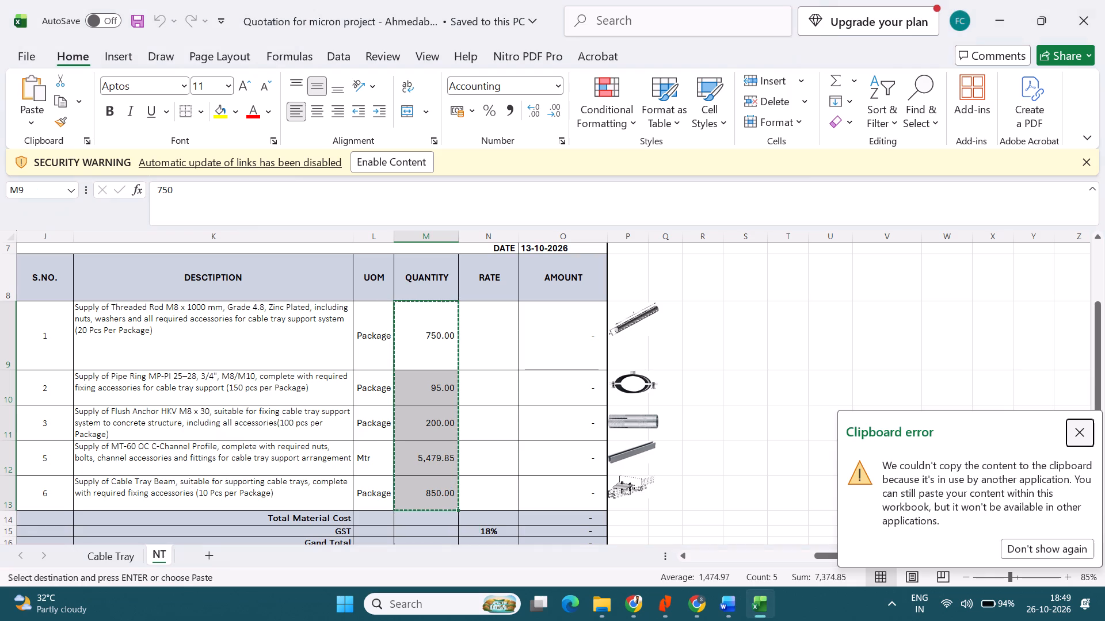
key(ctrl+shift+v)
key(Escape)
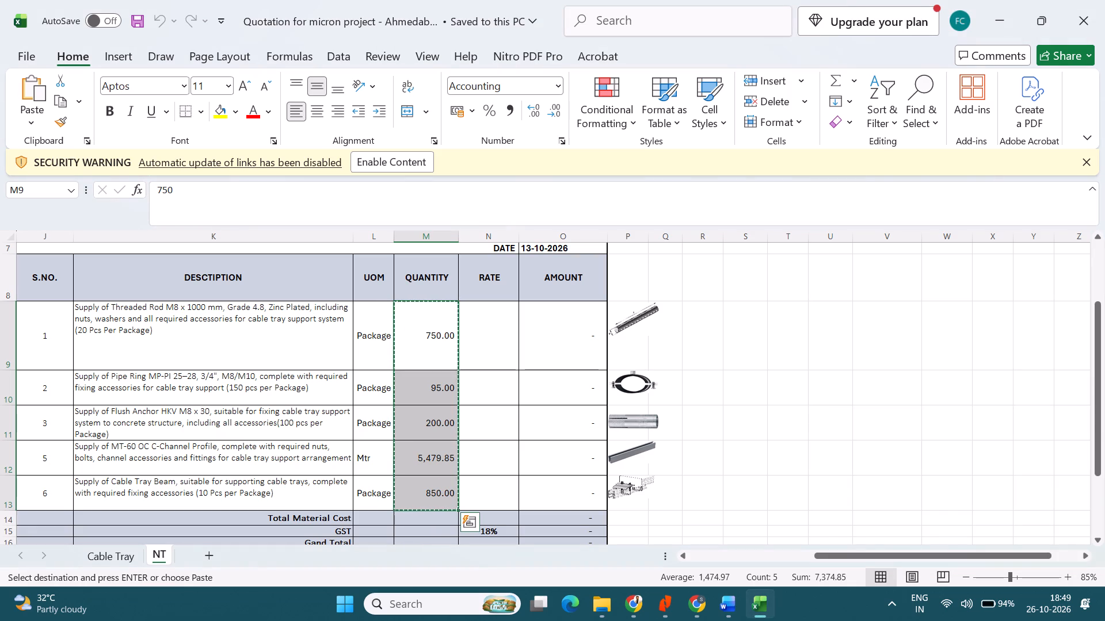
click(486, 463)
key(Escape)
Enter fixed quantities of 5480 for the MT-60 C-Channel Profile and 850 for the Cable Tray Beam.
click(437, 387)
click(422, 462)
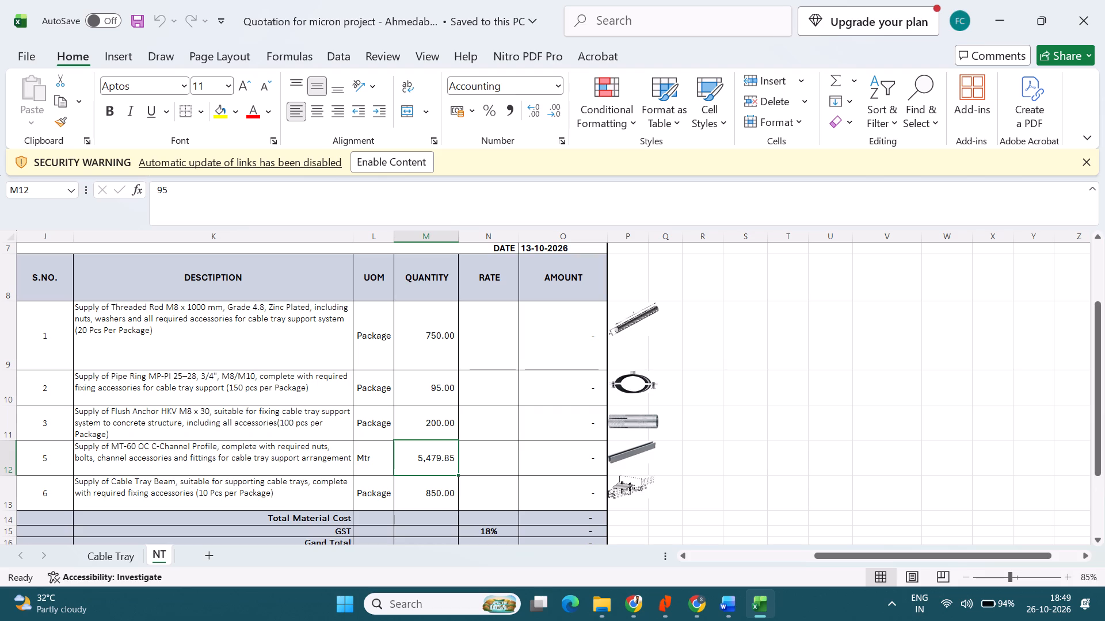
text(5480)
key(Return)
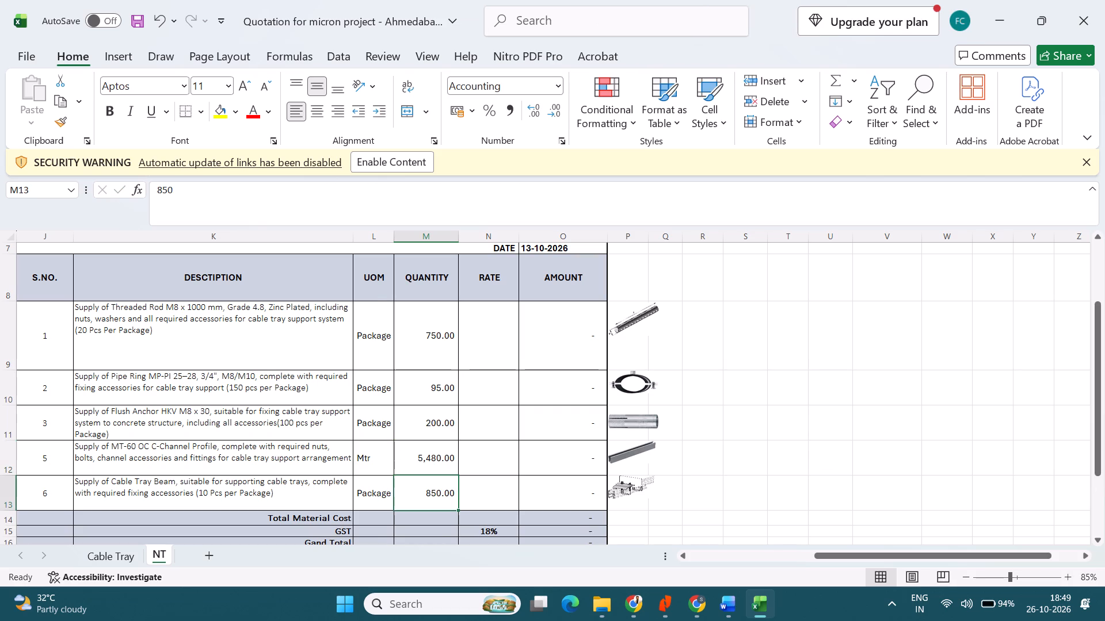
text(850)
key(Return)
Check the quantities of the first three items for links and save the workbook.
click(452, 427)
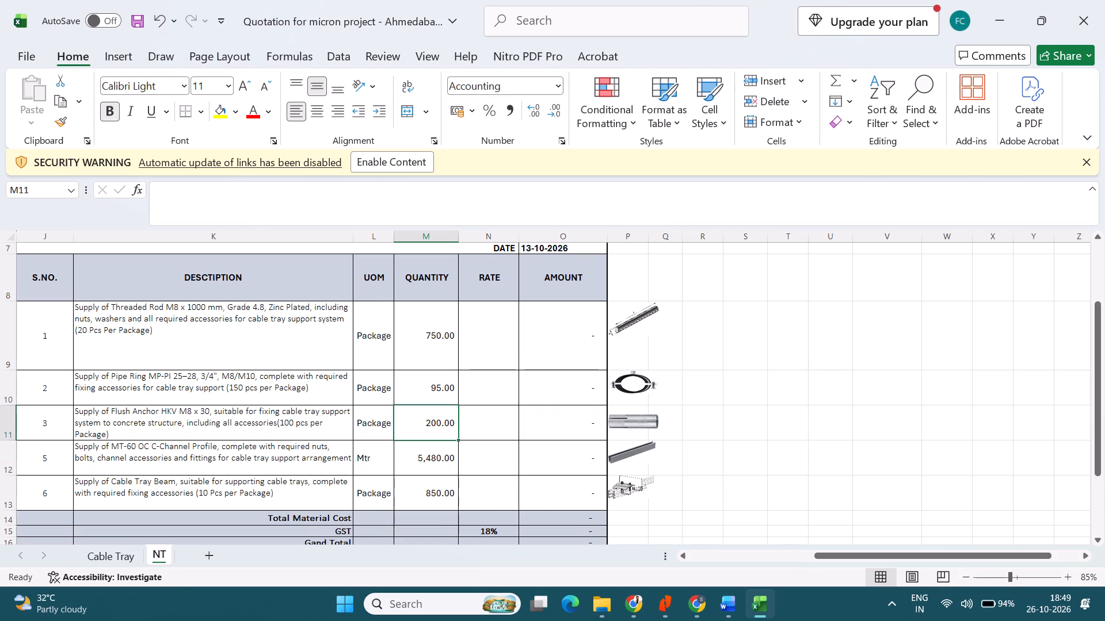
click(447, 392)
click(443, 327)
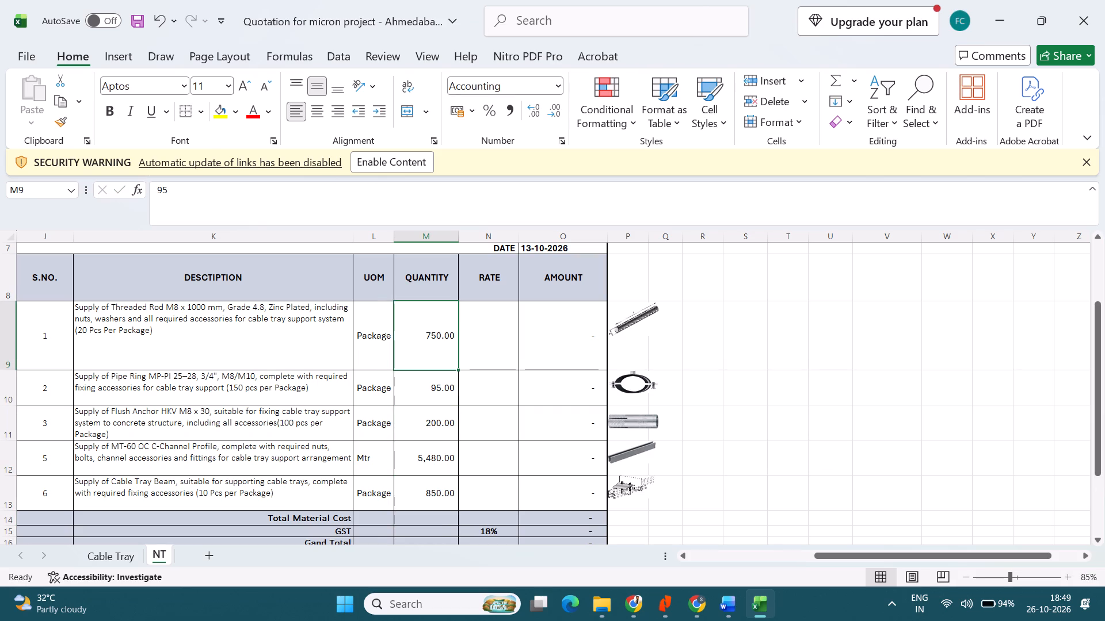
key(ctrl+s)
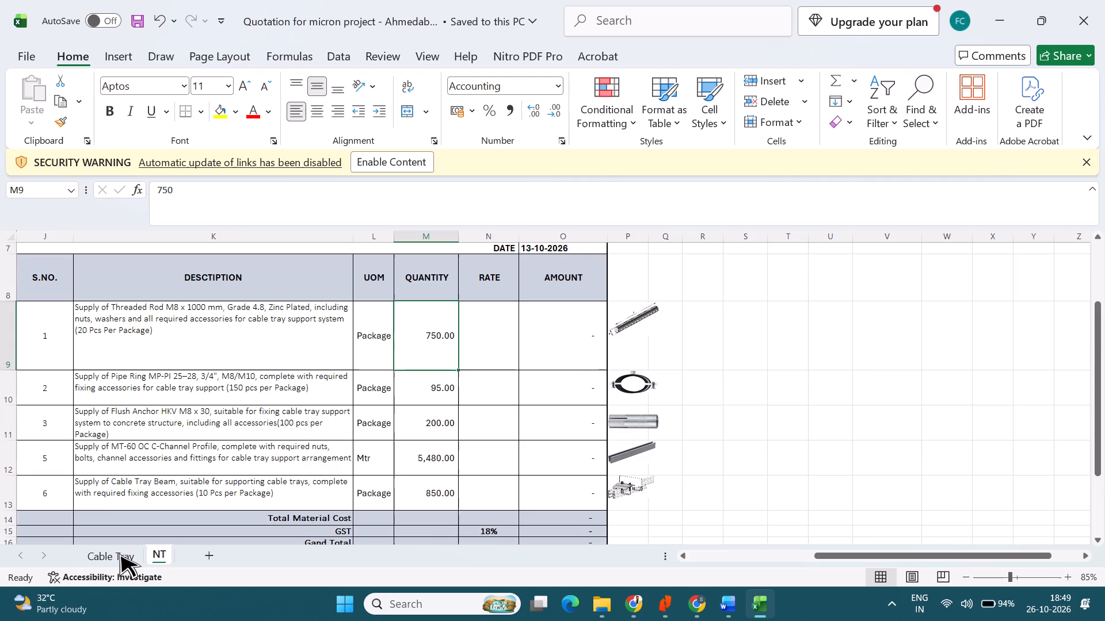
On the Cable Tray sheet, replace the linked quantities with fixed values: Beam Clamp 2120, C-Channel 2915, L-Clamp 1060.
click(117, 552)
scroll(512, 484, down, 3)
scroll(504, 358, up, 1)
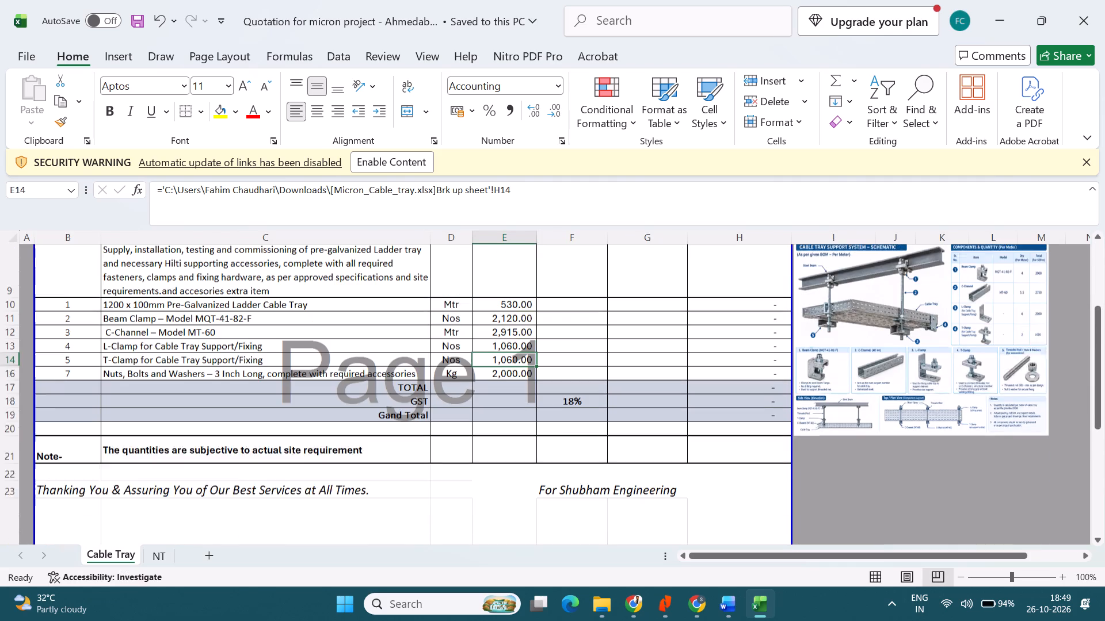
click(512, 336)
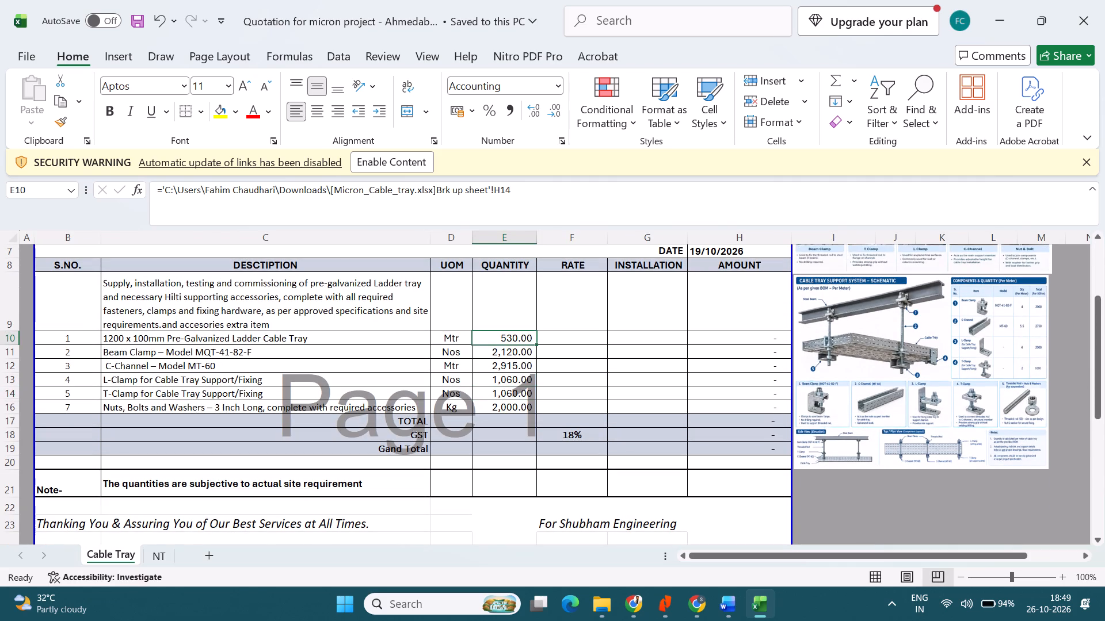
key(Return)
text(2120)
key(Return)
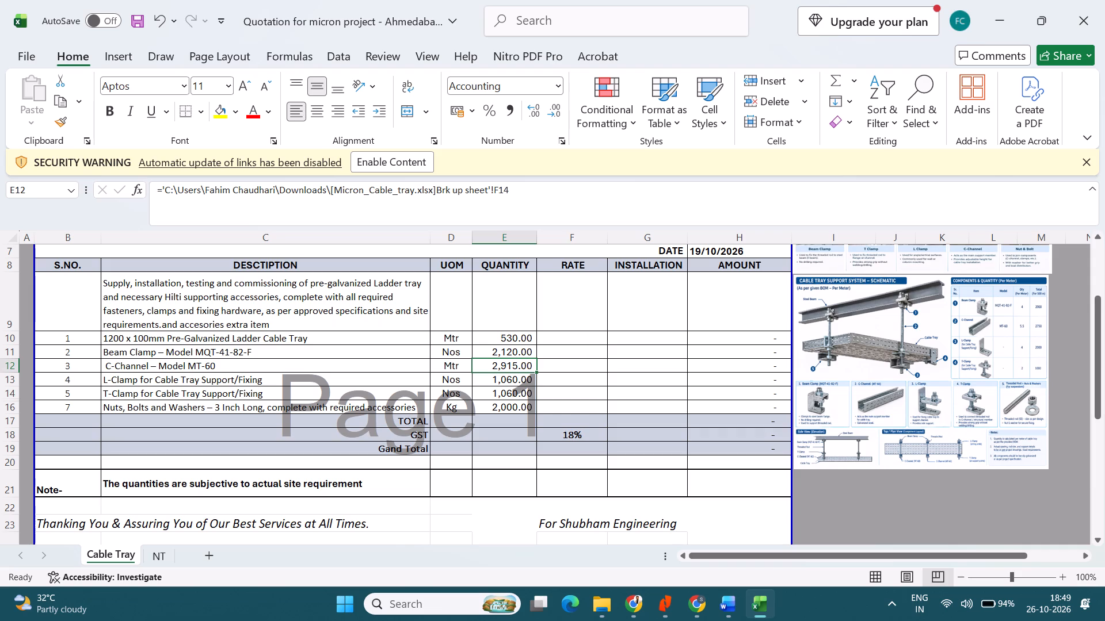
text(2915)
key(Return)
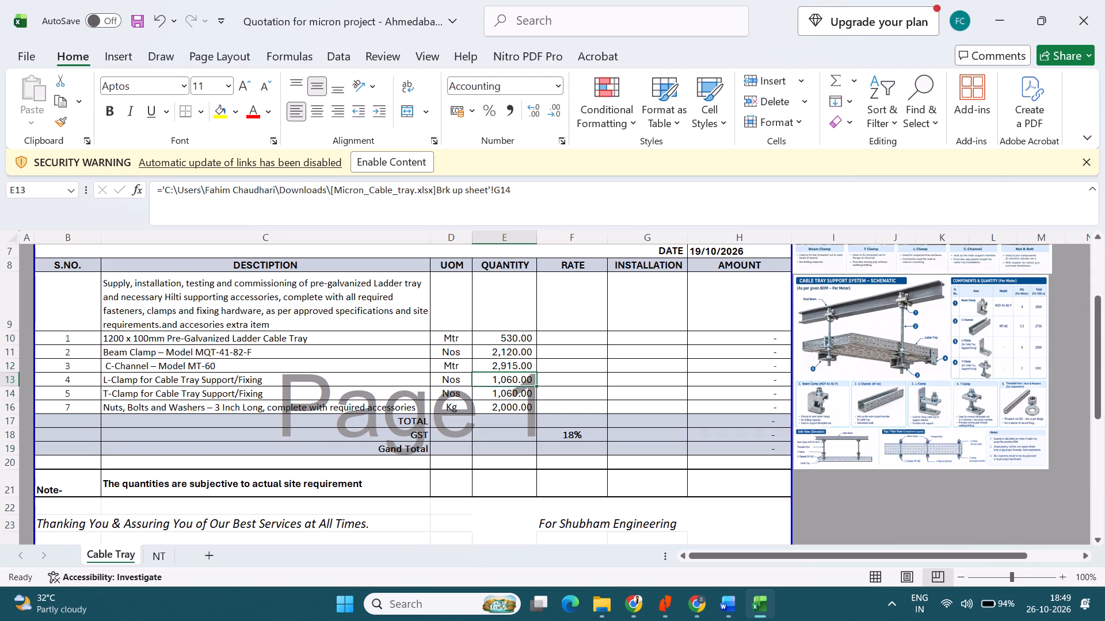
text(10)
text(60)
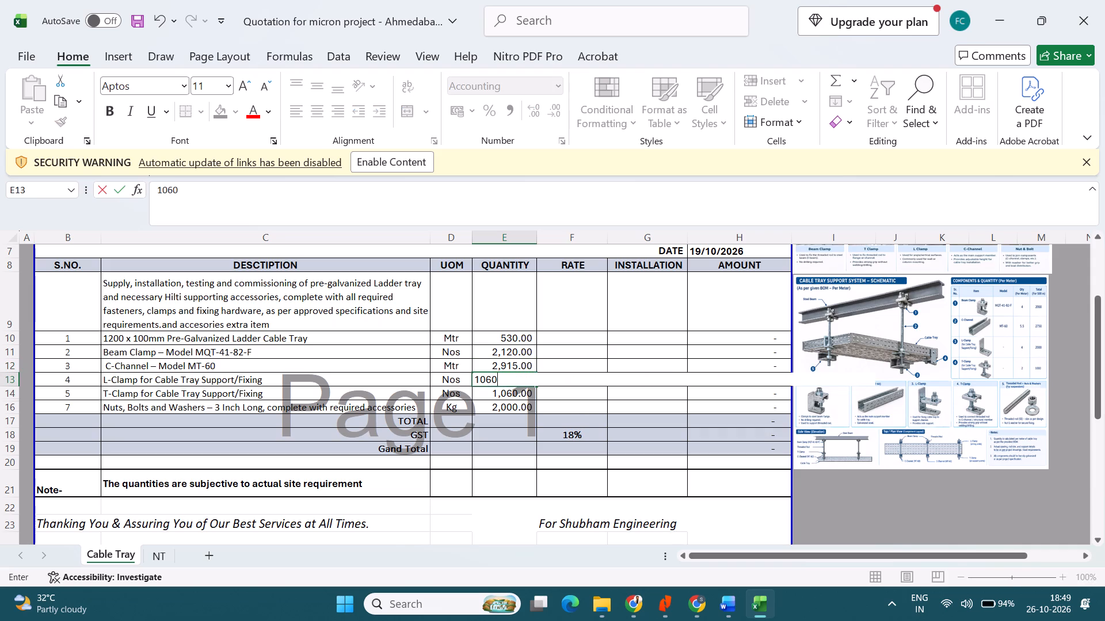
Enter fixed quantities of 1060 for the T-Clamp and 2000 for the Nuts, Bolts and Washers on the Cable Tray sheet.
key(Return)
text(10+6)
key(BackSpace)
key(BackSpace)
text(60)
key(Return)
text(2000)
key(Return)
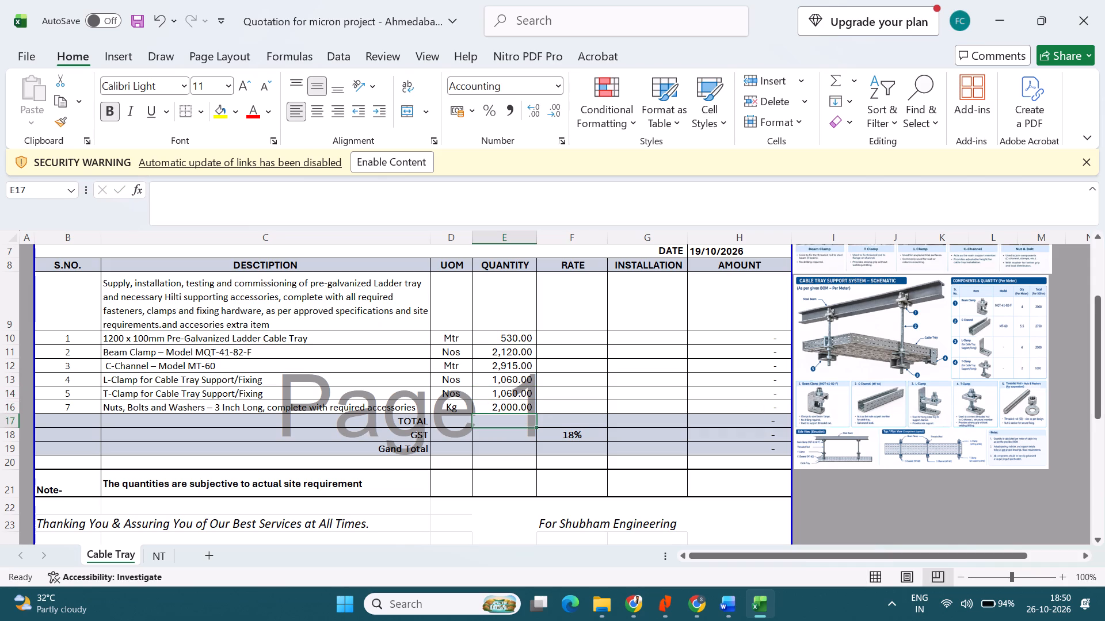
Unhide row 15, the Scissor Lift item between items 5 and 7, and save the workbook.
click(11, 390)
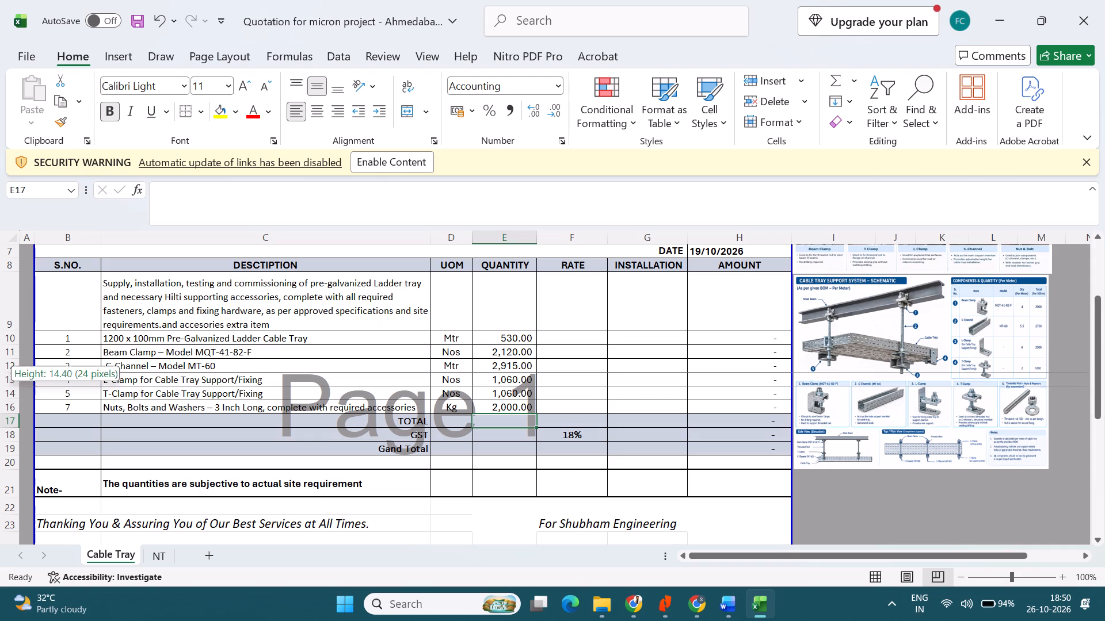
drag(10, 393, 10, 401)
double_click(10, 401)
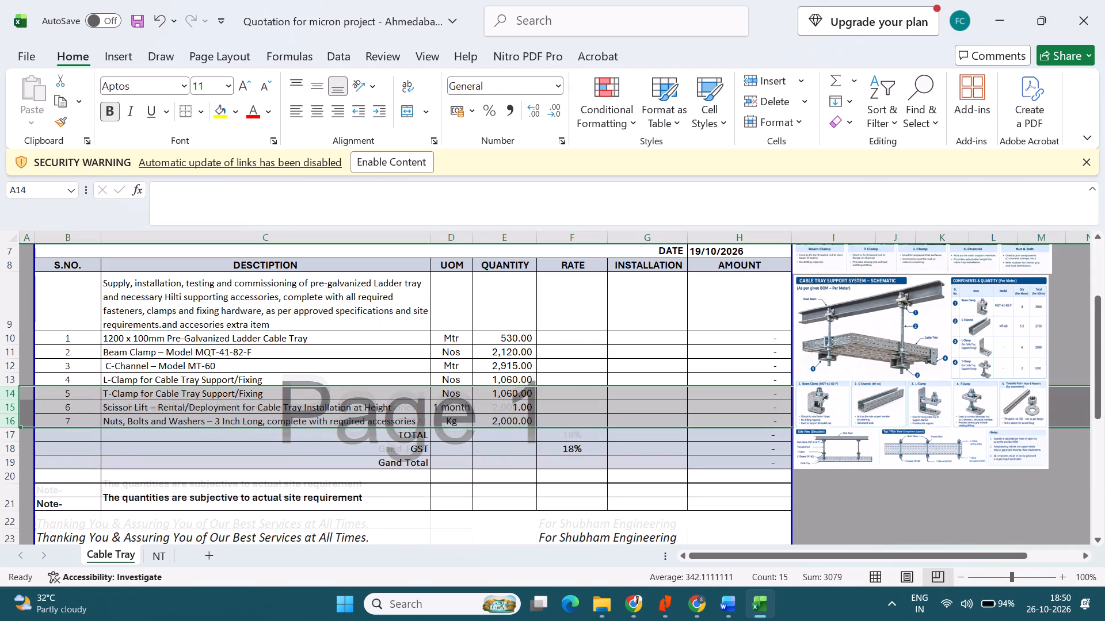
click(432, 425)
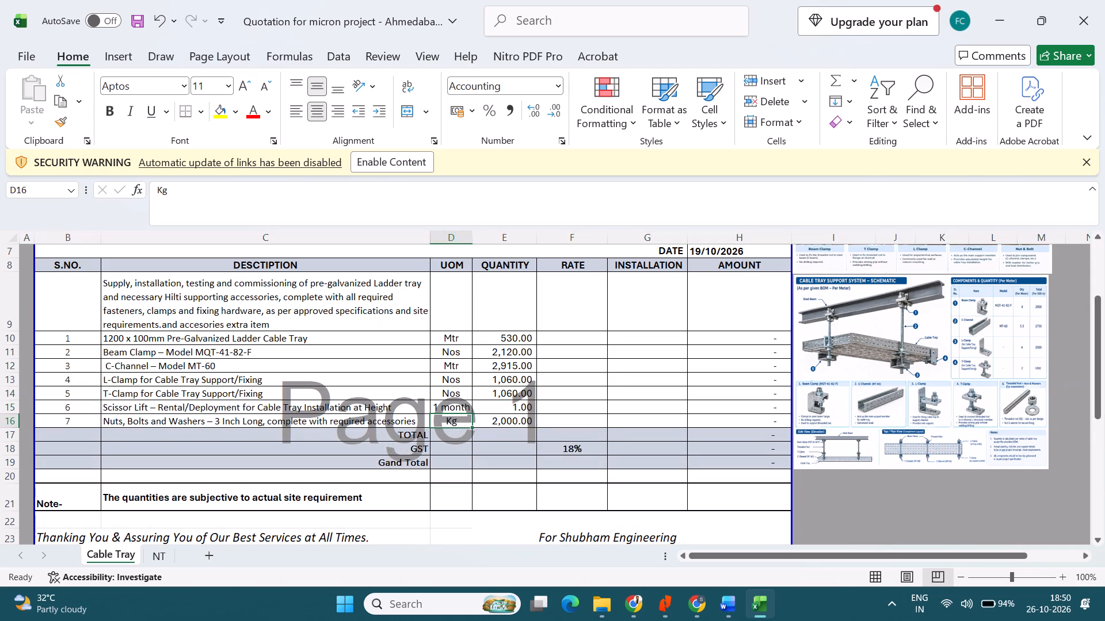
key(ctrl+s)
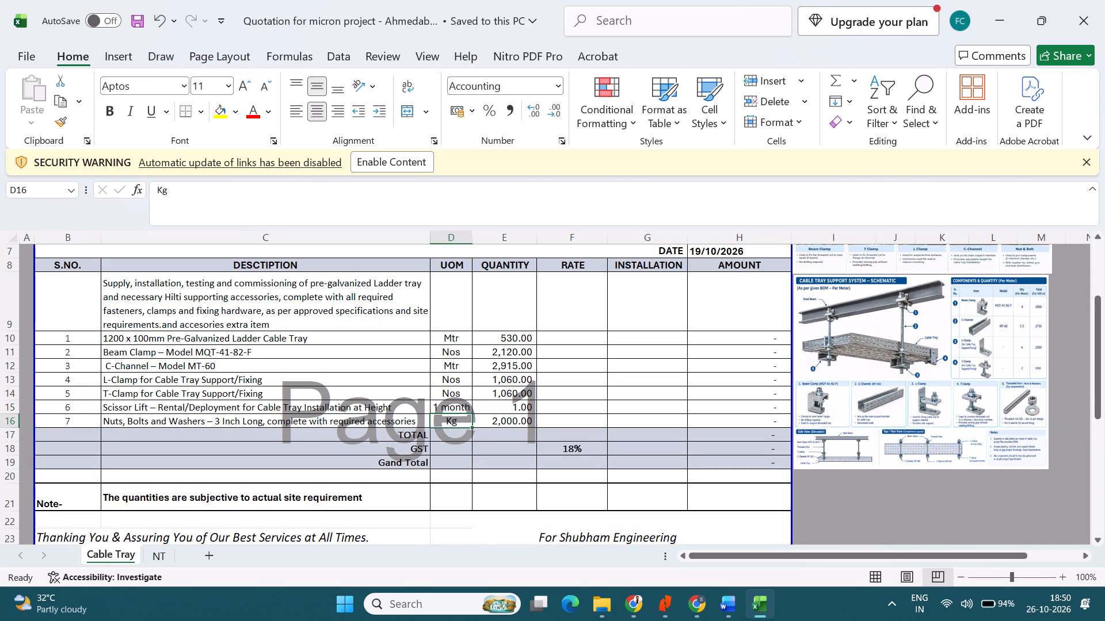
Hide row 15 containing the Scissor Lift rental item.
click(18, 406)
right_click(17, 406)
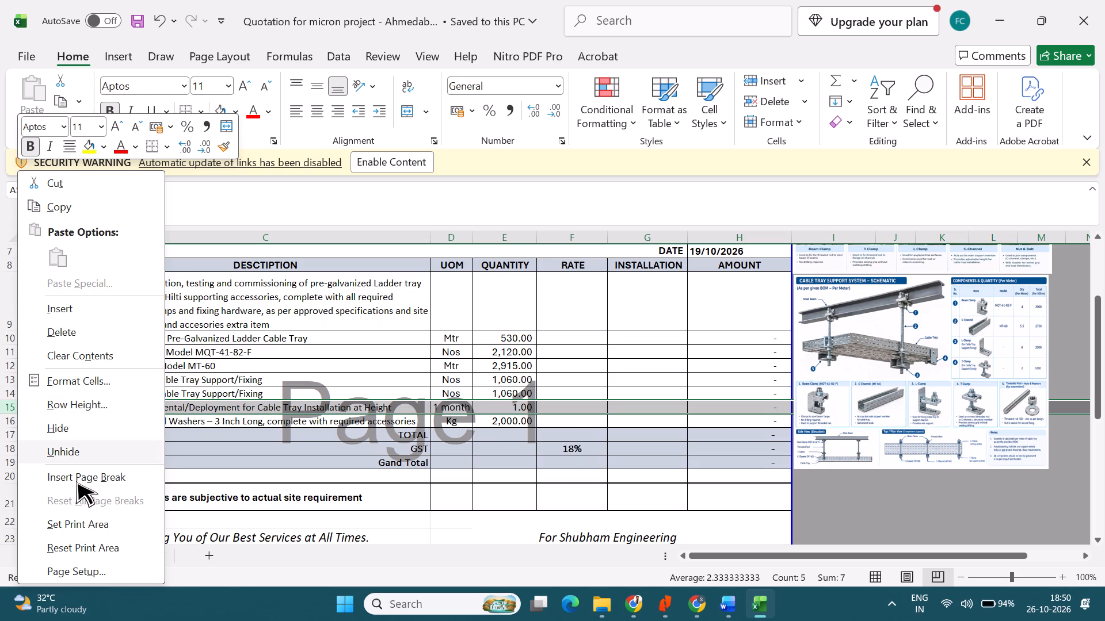
click(89, 426)
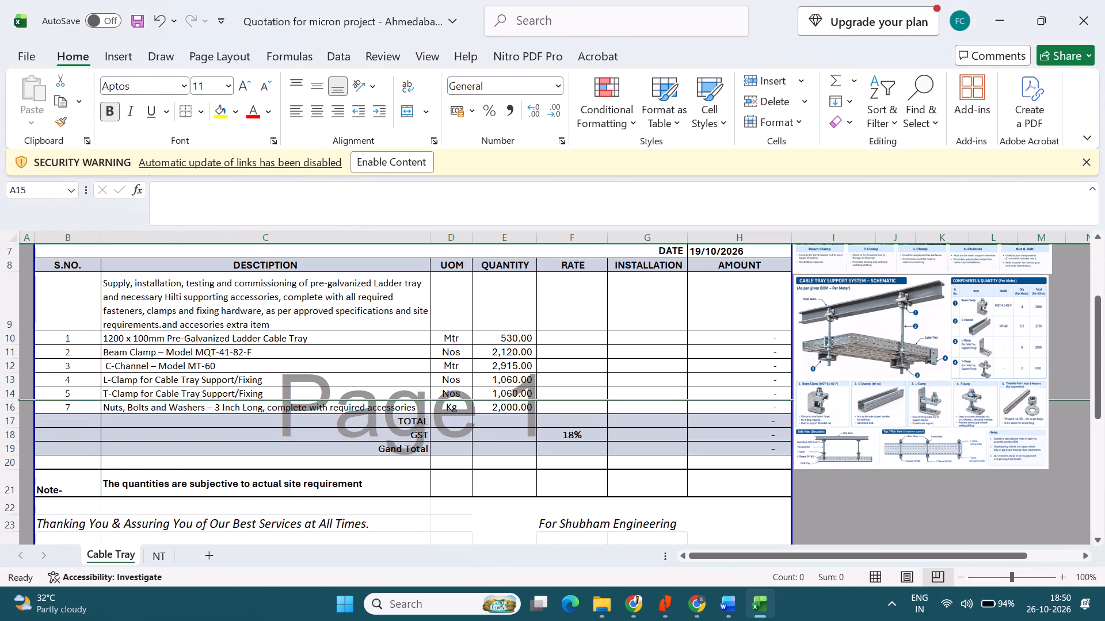